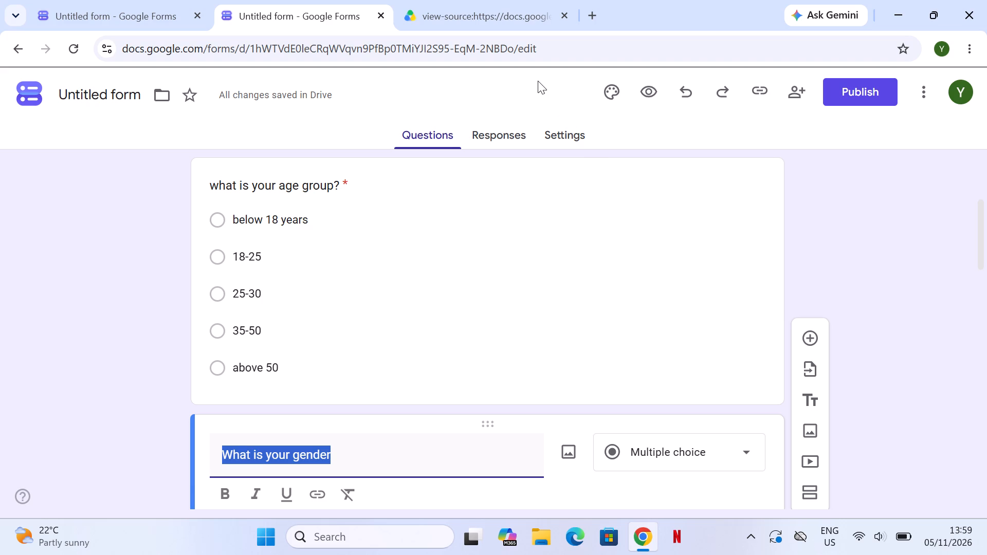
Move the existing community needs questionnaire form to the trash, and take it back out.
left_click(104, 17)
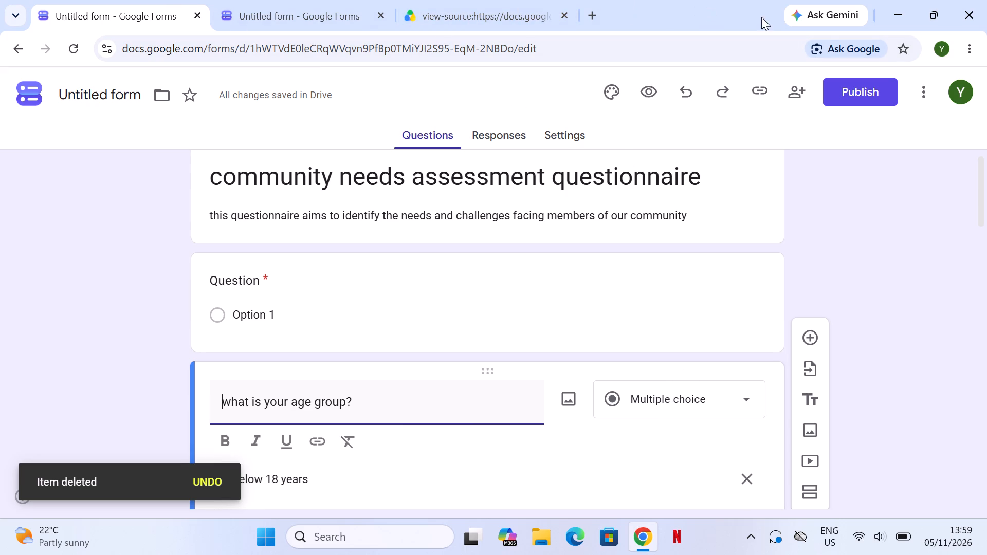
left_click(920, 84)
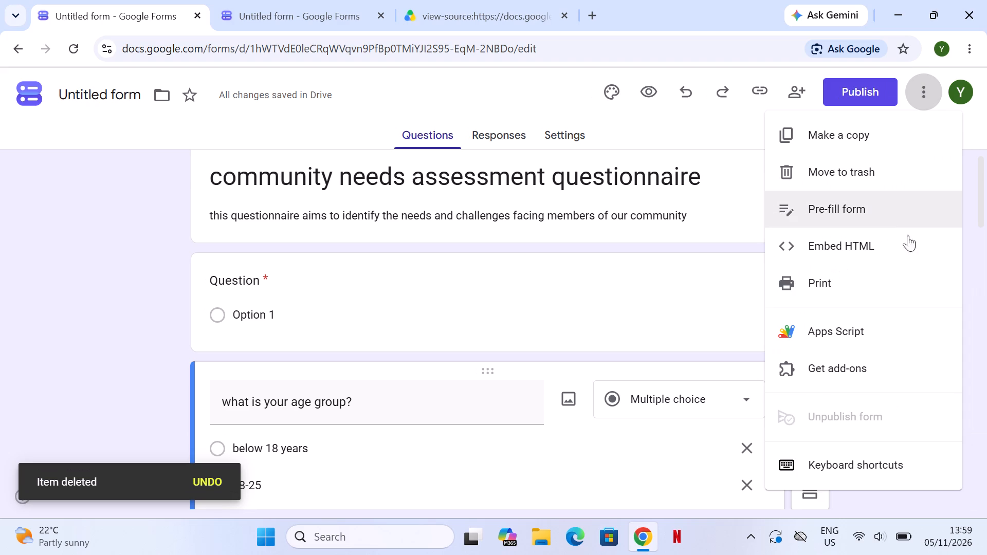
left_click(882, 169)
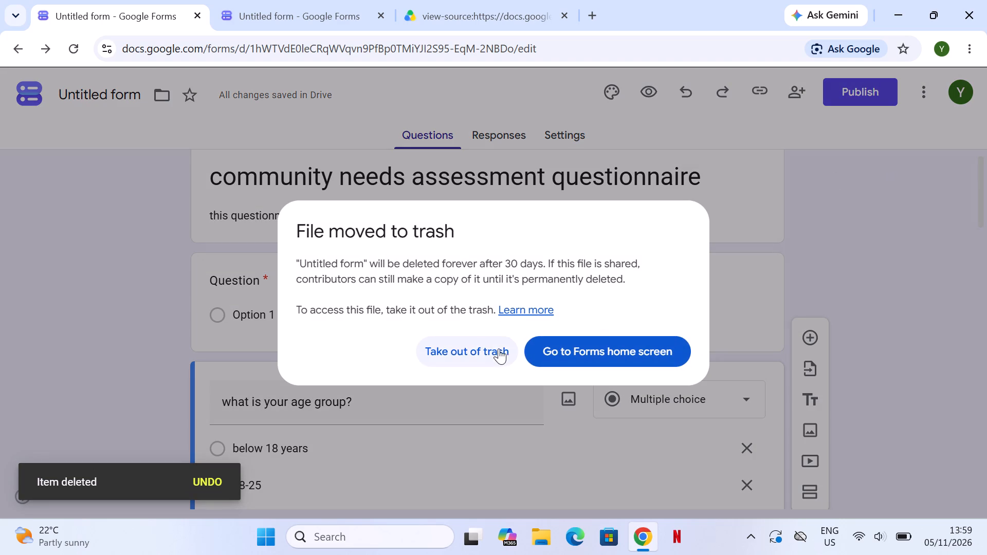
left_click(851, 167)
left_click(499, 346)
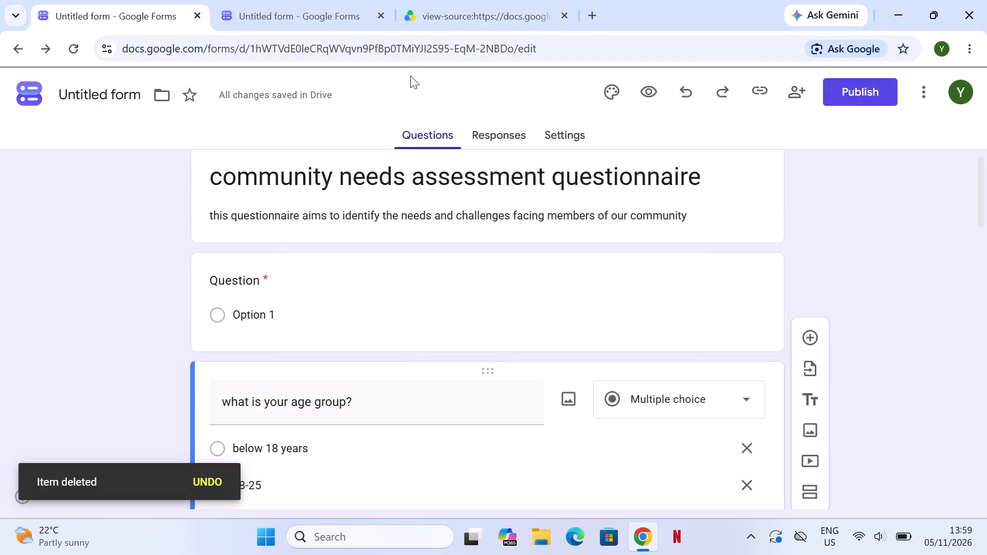
Return to the Forms home page and create a new blank form.
left_click(588, 11)
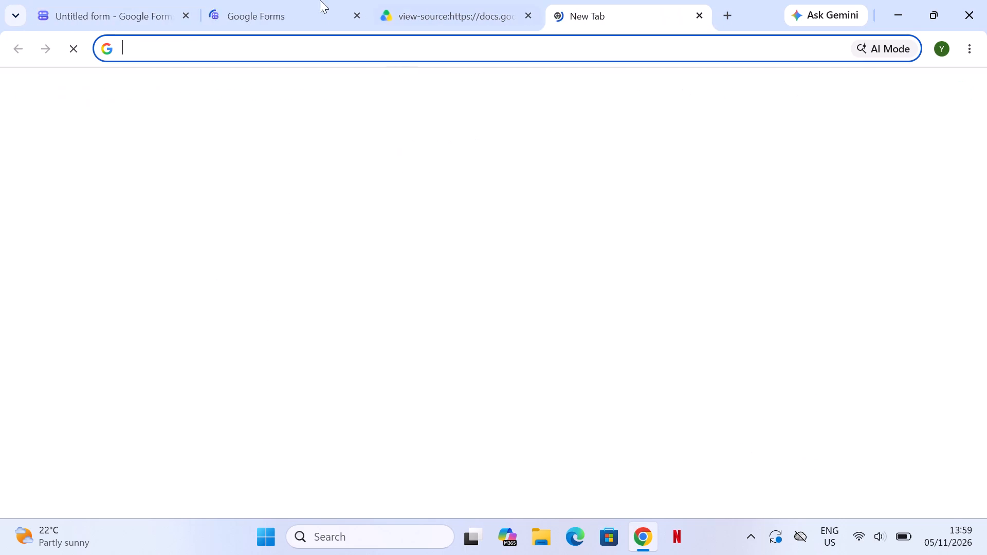
left_click(86, 5)
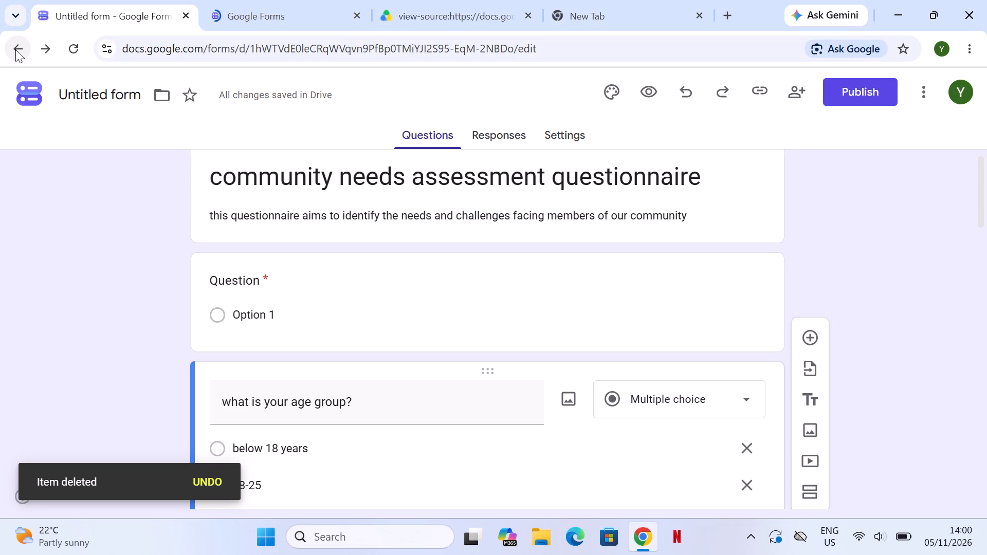
left_click(16, 49)
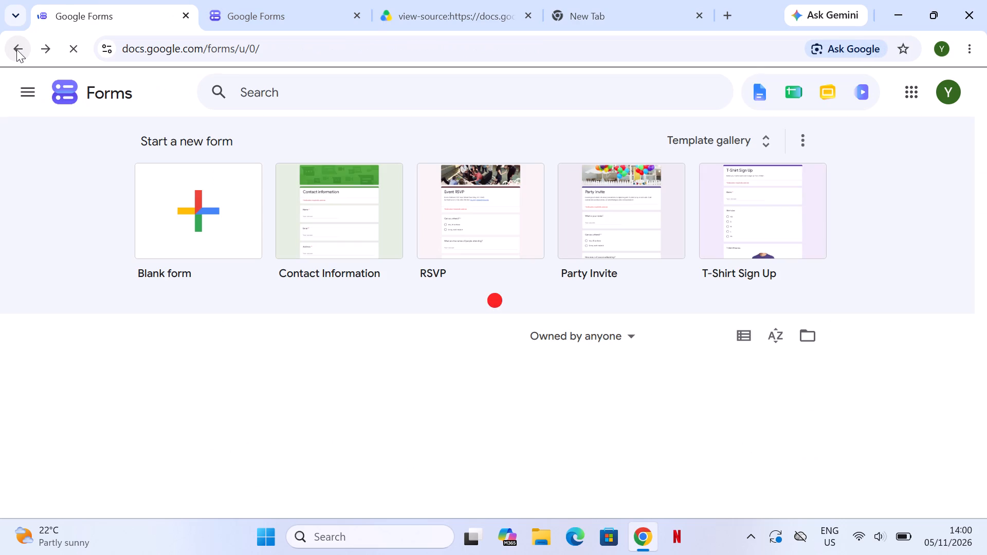
left_click(195, 194)
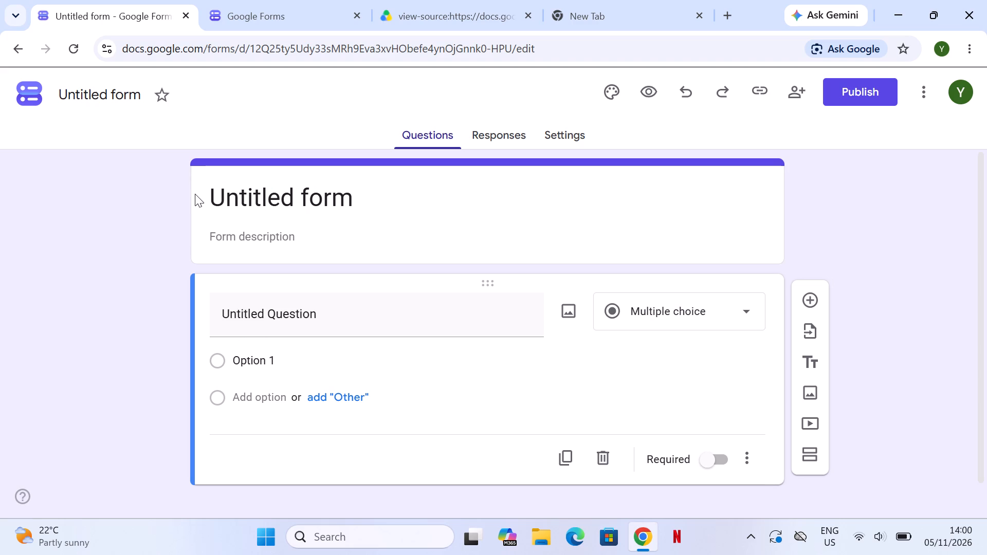
Append "please complete this form to register for our community event" to the new form's title.
left_click(251, 205)
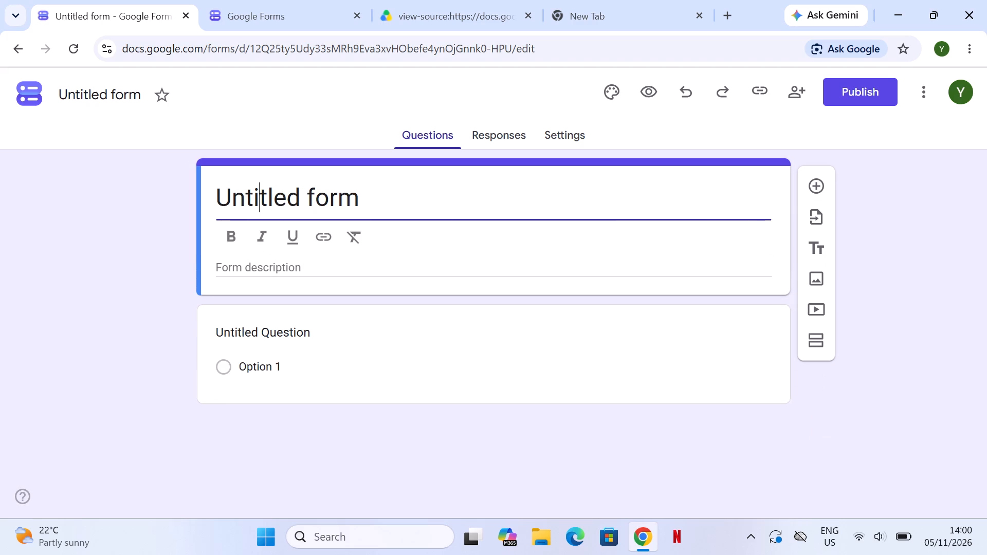
left_click(357, 198)
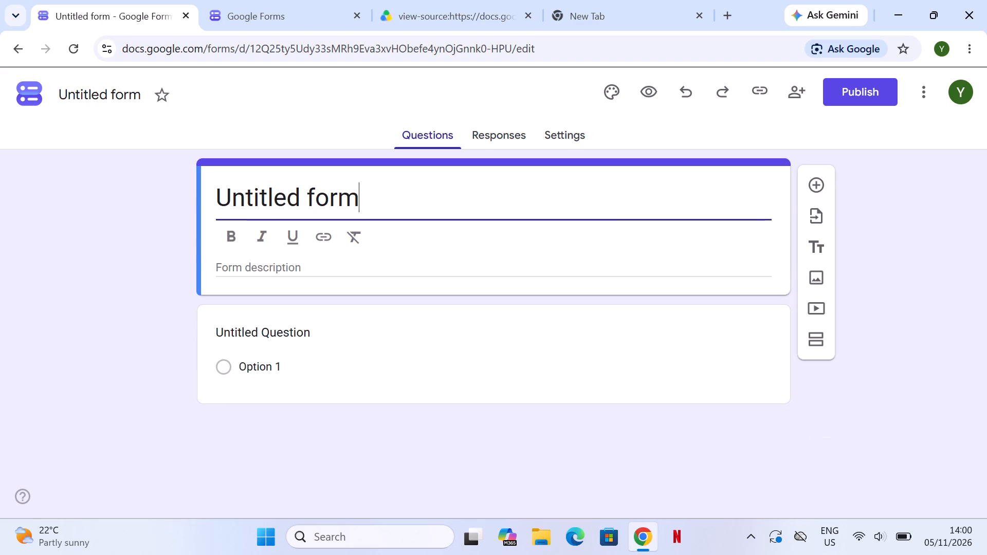
type("please complete th")
type("is form to")
key("space")
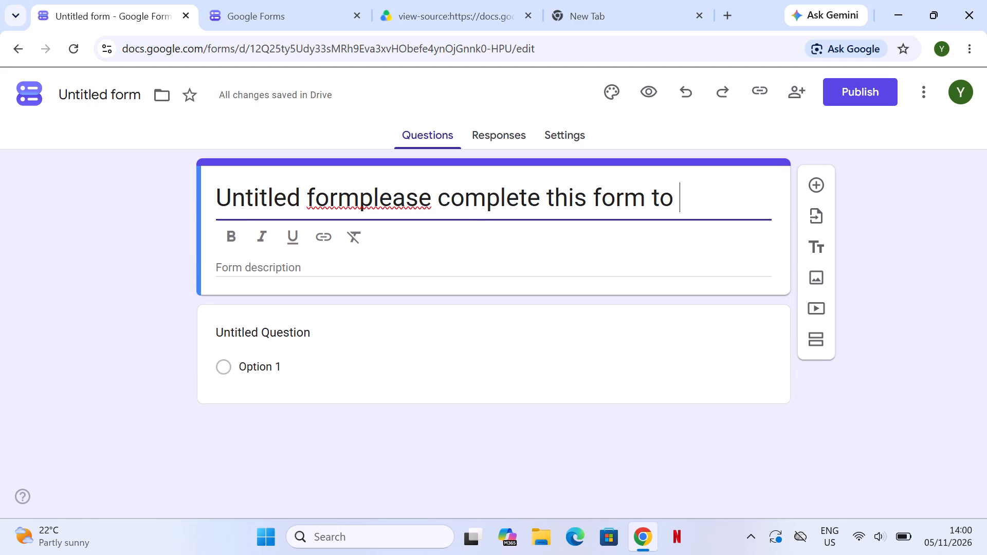
type("re")
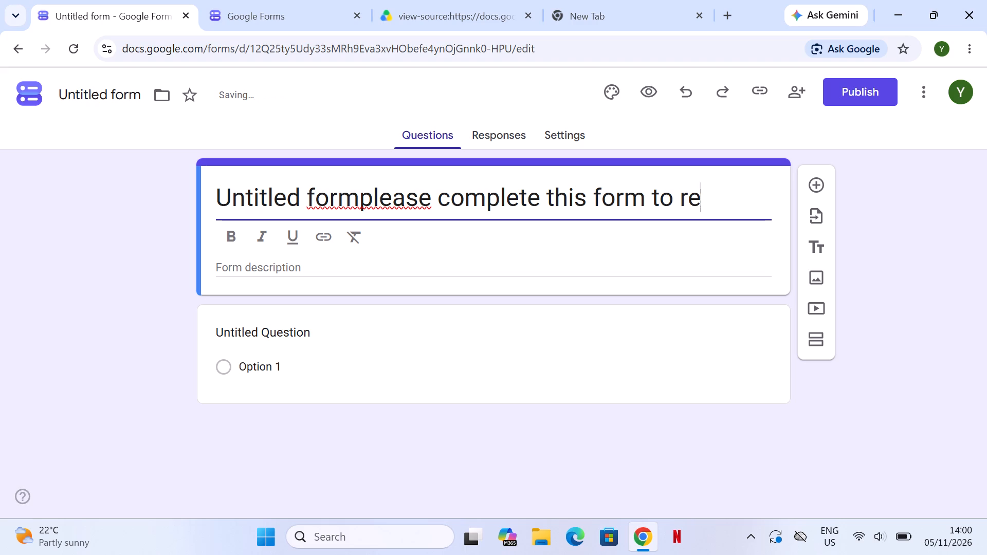
type("gister")
key("space")
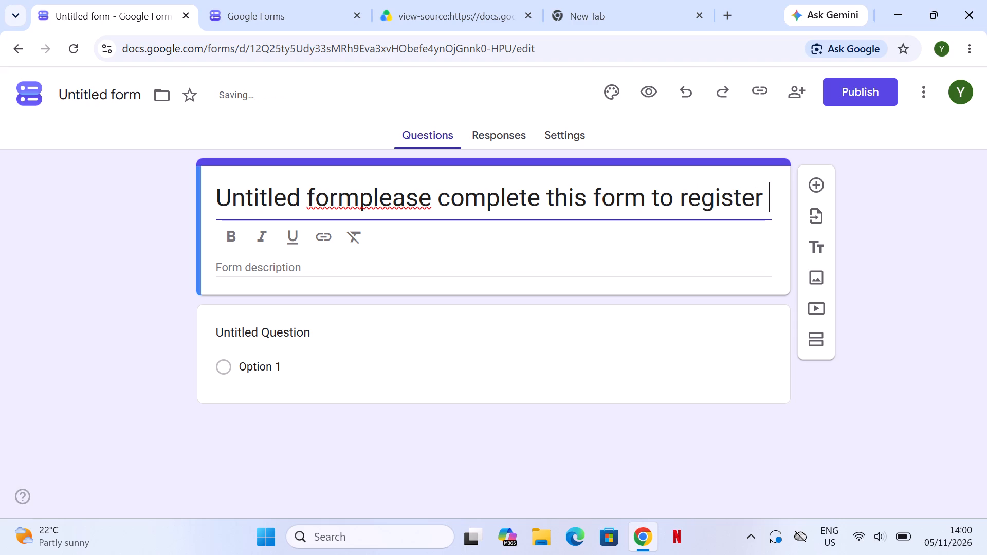
type("for our community event")
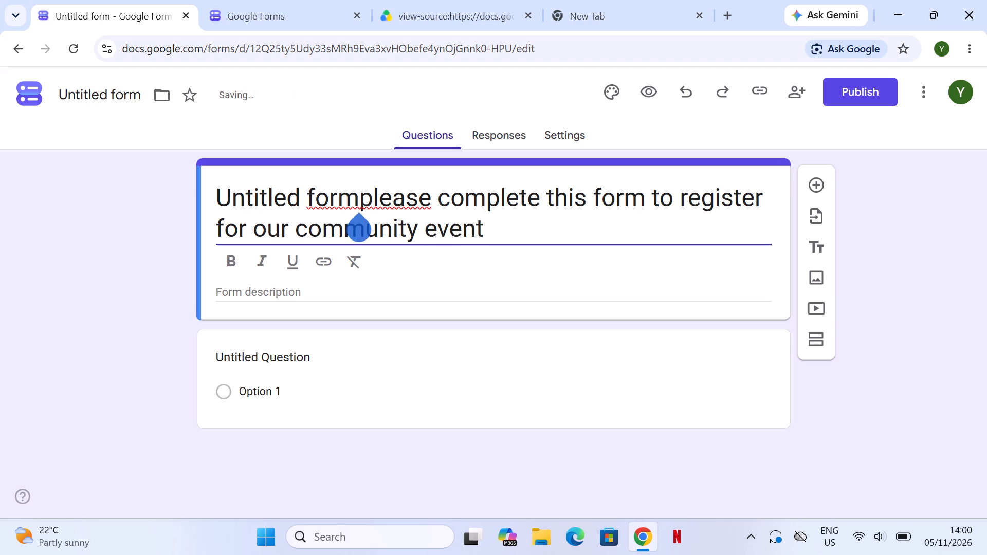
Delete the placeholder words "Untitled form" from the start of the form title.
key("BackSpace")
key("BackSpace")
key("BackSpace")
key("BackSpace")
key("BackSpace")
key("BackSpace")
key("BackSpace")
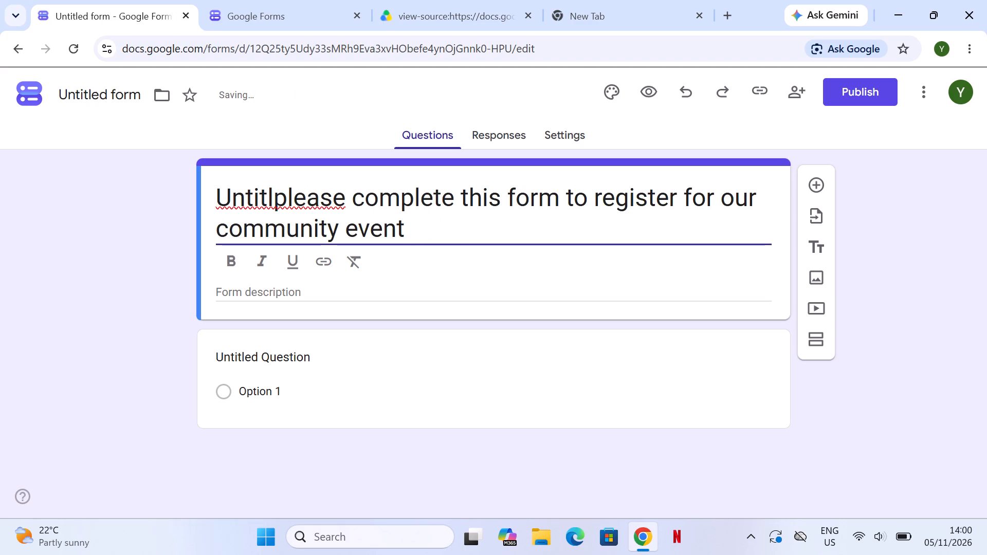
key("BackSpace")
key("BackSpace")
key("BackSpace")
key("BackSpace")
key("BackSpace")
key("BackSpace")
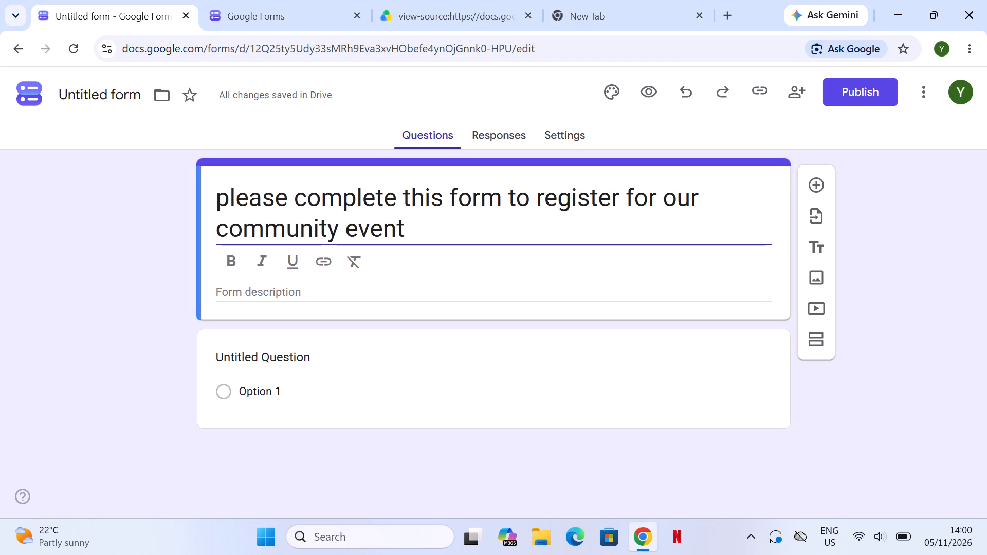
Move the sentence "please complete this form to register for our community event" from the title into the form description.
left_click_drag(414, 223, 305, 220)
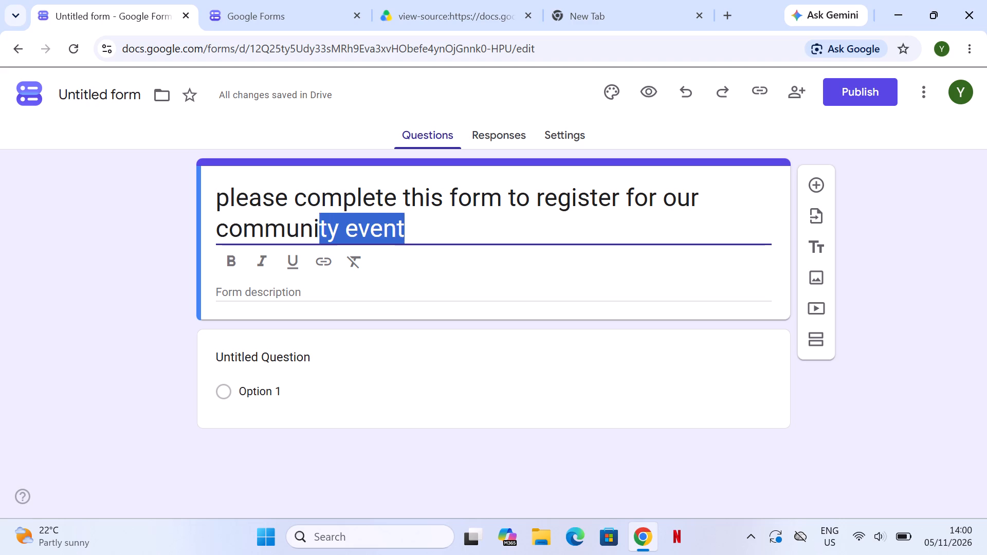
left_click_drag(305, 220, 218, 202)
right_click(243, 204)
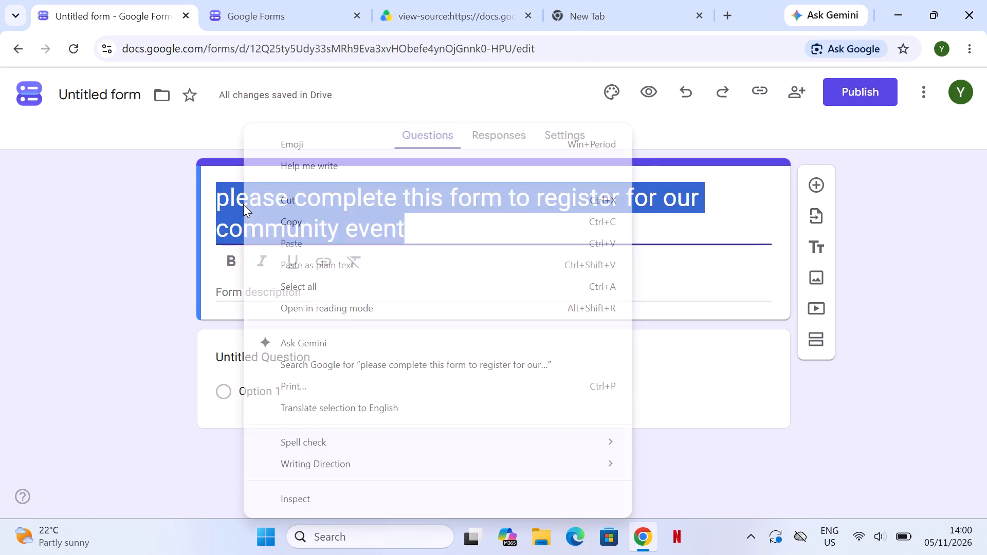
left_click(288, 200)
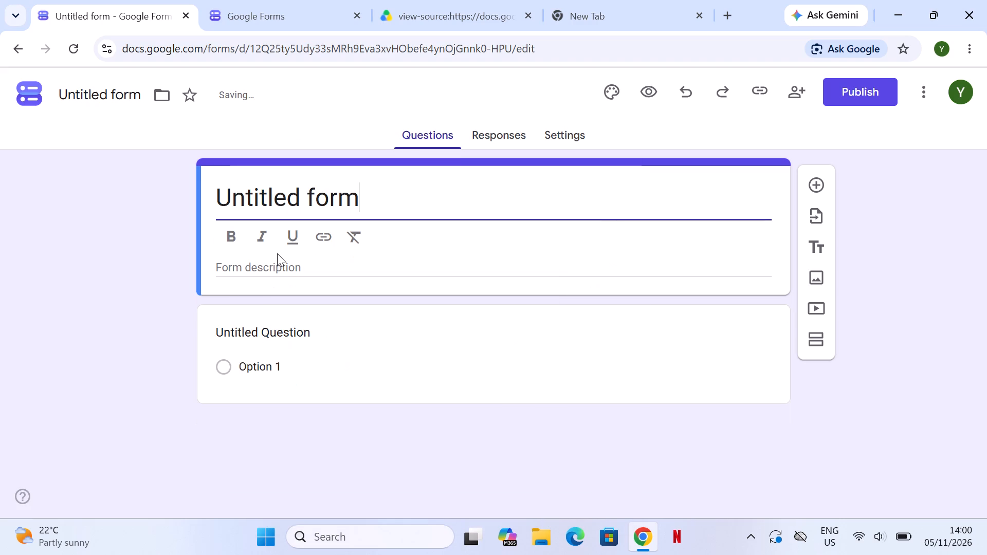
left_click(276, 268)
left_click(276, 268)
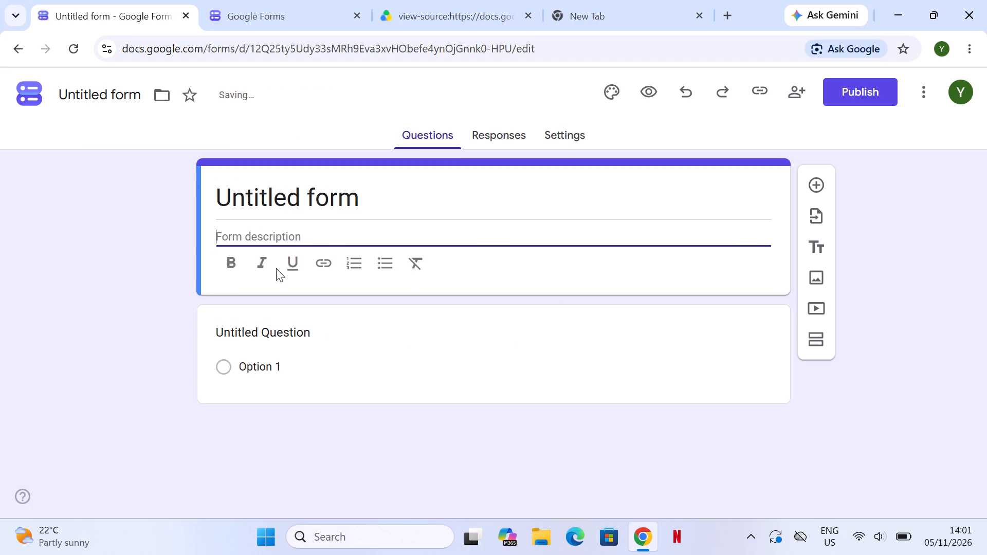
right_click(287, 233)
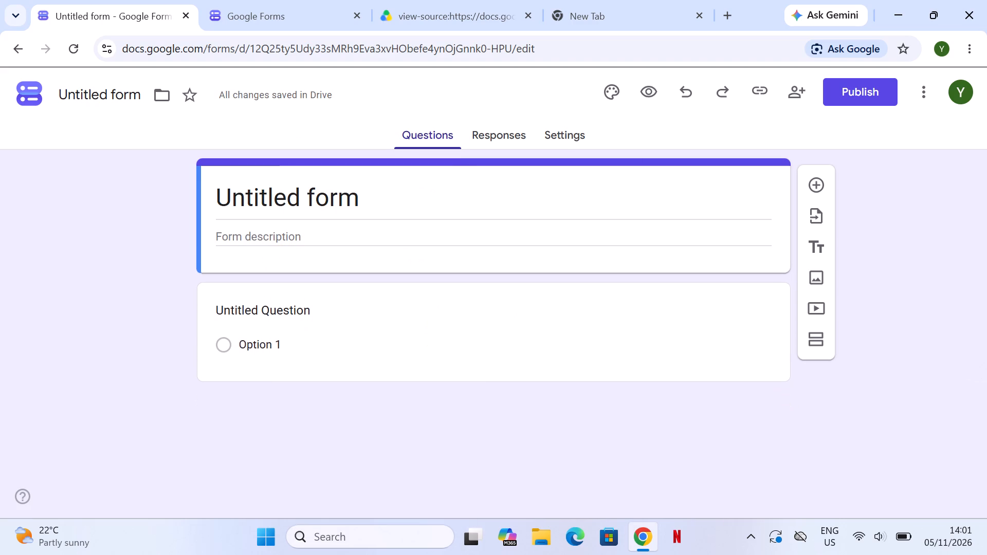
right_click(317, 235)
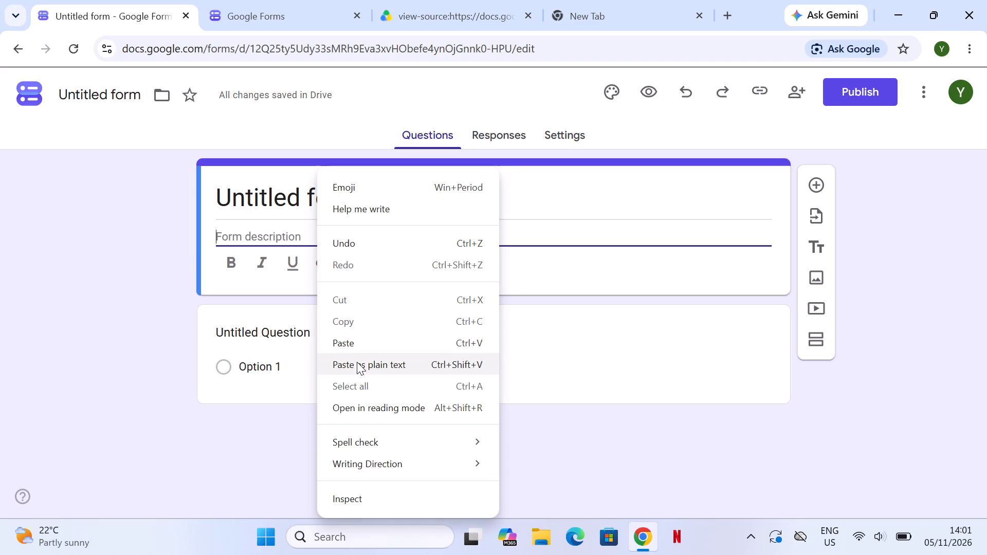
left_click(361, 338)
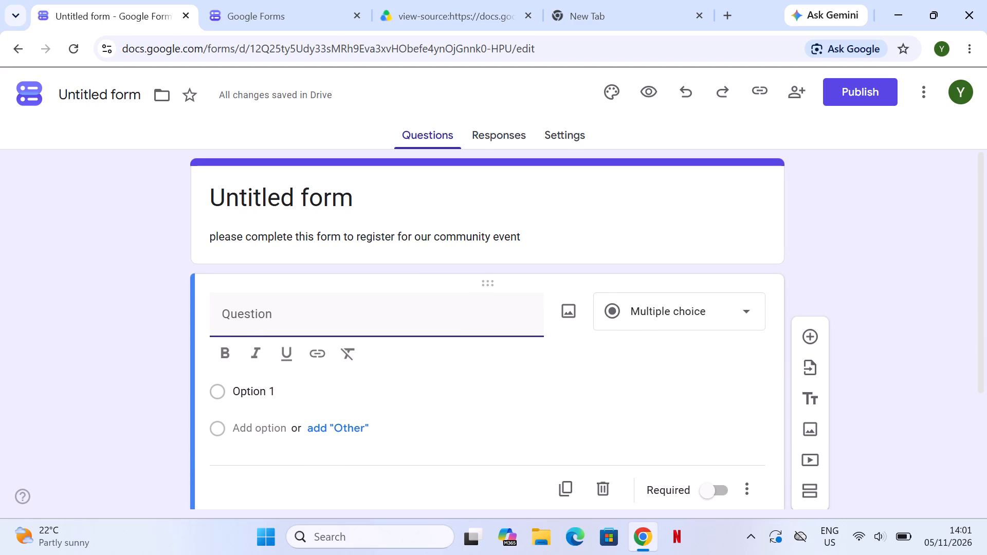
Enter the question "What is your phone number" and make it required.
type("hat is your phone number")
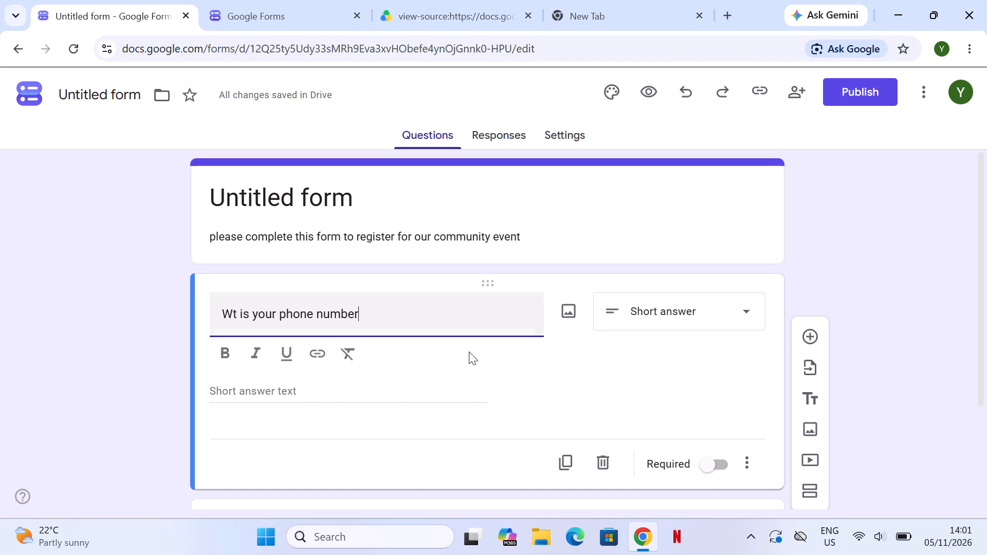
left_click(719, 464)
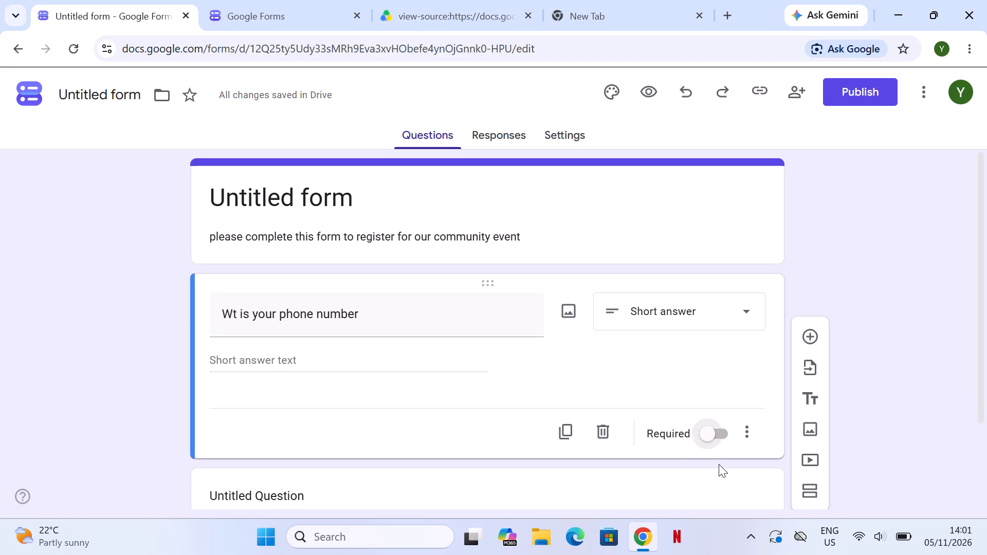
left_click(714, 434)
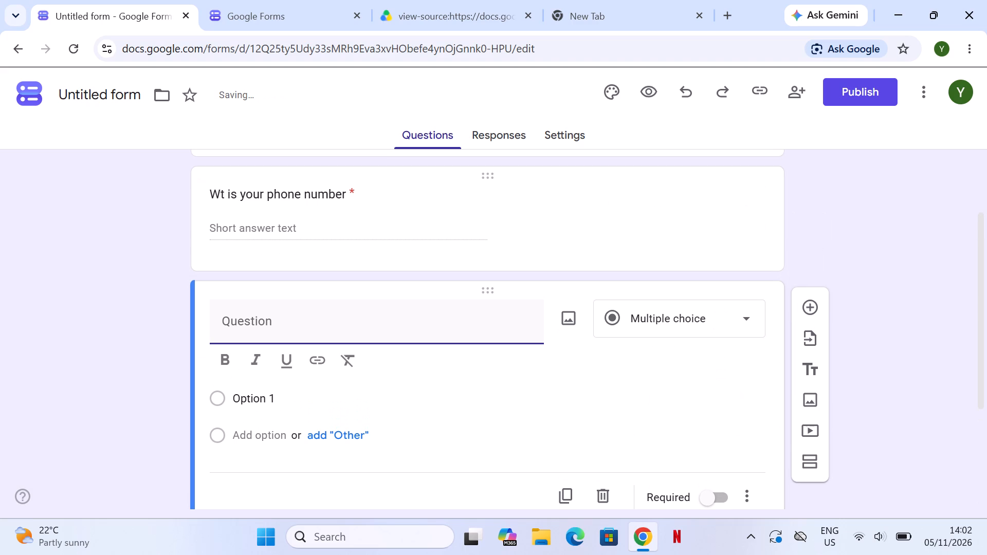
Enter the question "What is your email address" and enable response validation for it.
type("hat is your emai")
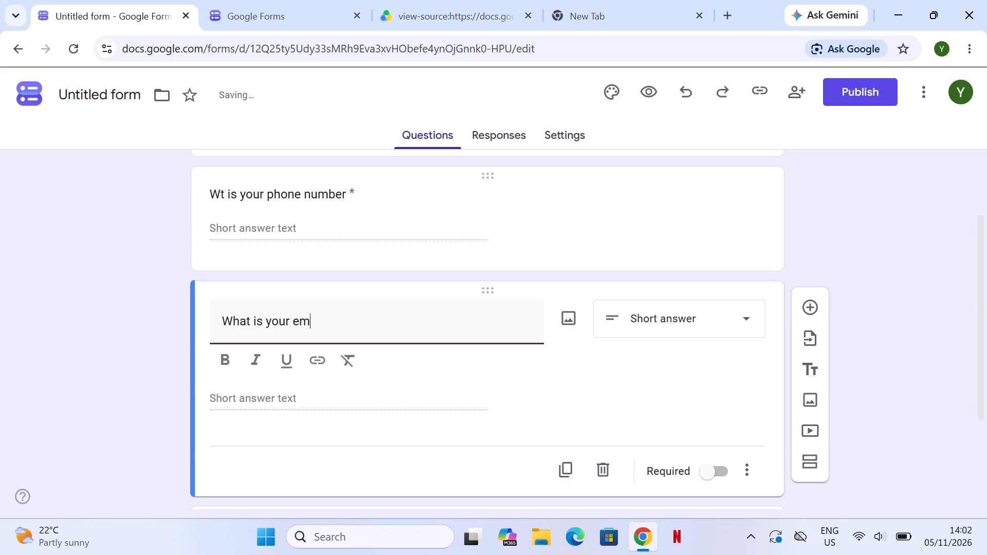
type("ail address")
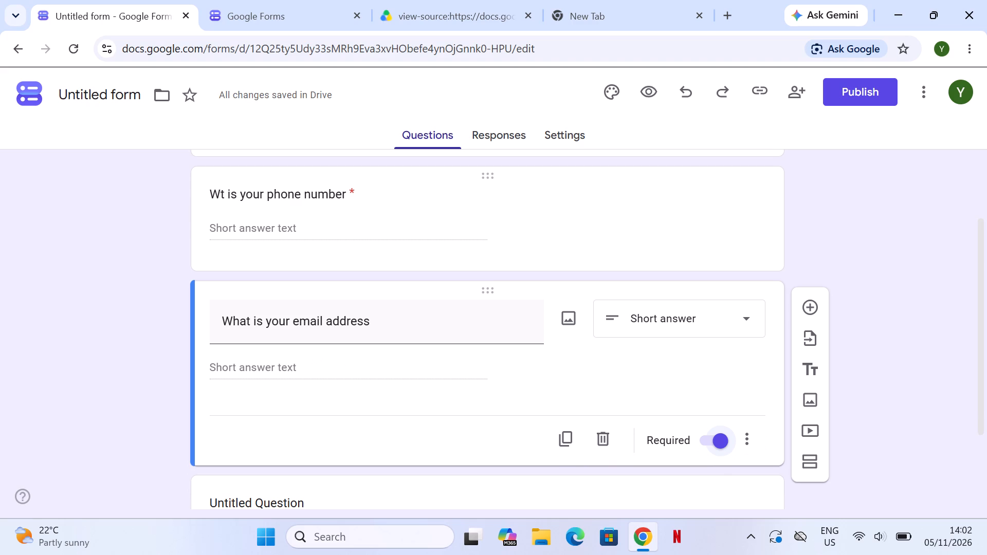
left_click(742, 433)
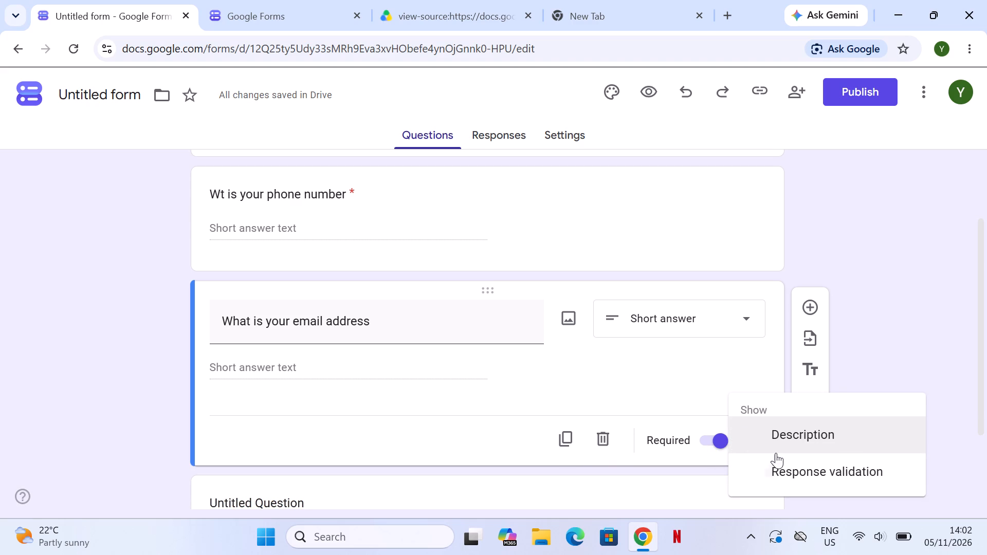
left_click(782, 462)
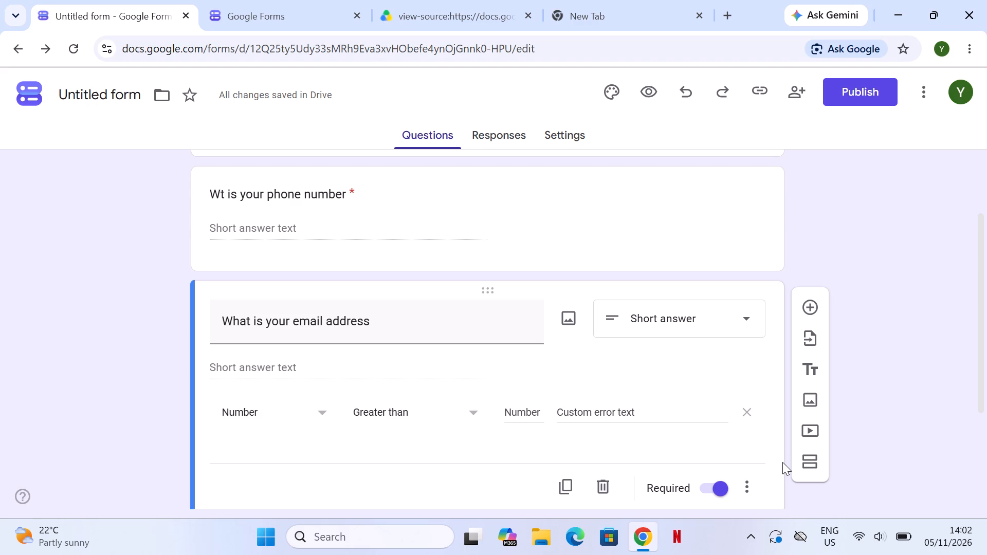
Enter the question "what is your age?" as a short-answer question and make it required.
key("w")
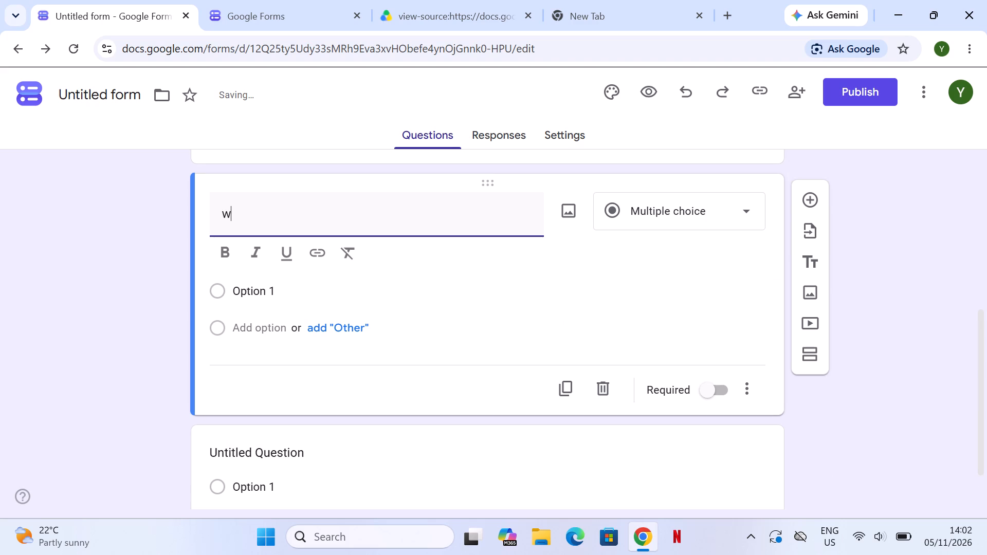
type("hat")
key("space")
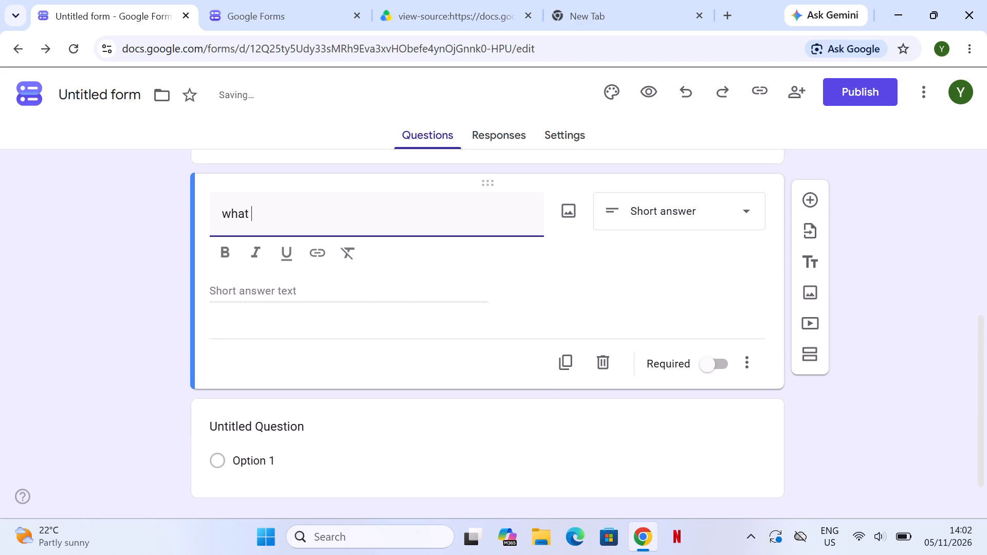
type("is your age group")
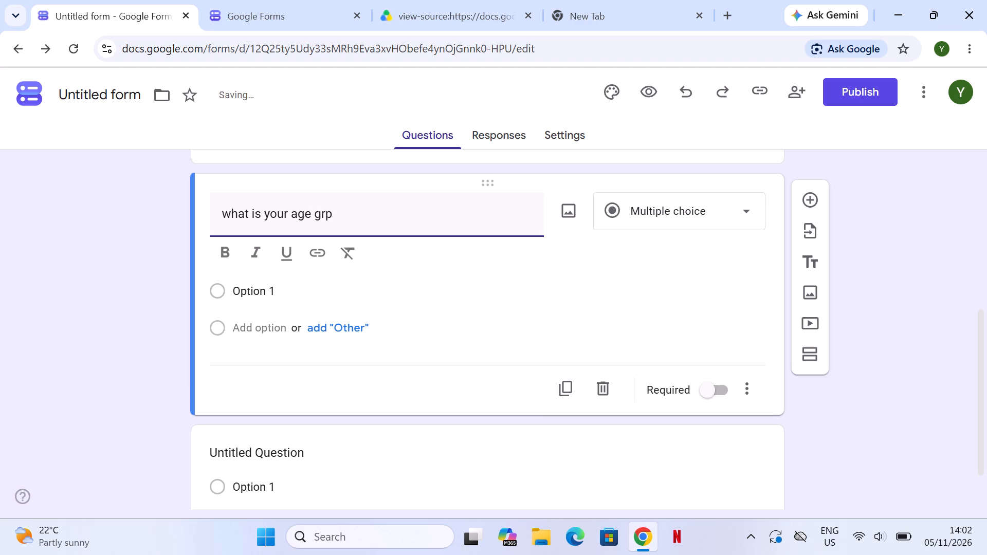
key("BackSpace")
key("u")
key("BackSpace")
key("BackSpace")
key("BackSpace")
key("BackSpace")
key("shift+question")
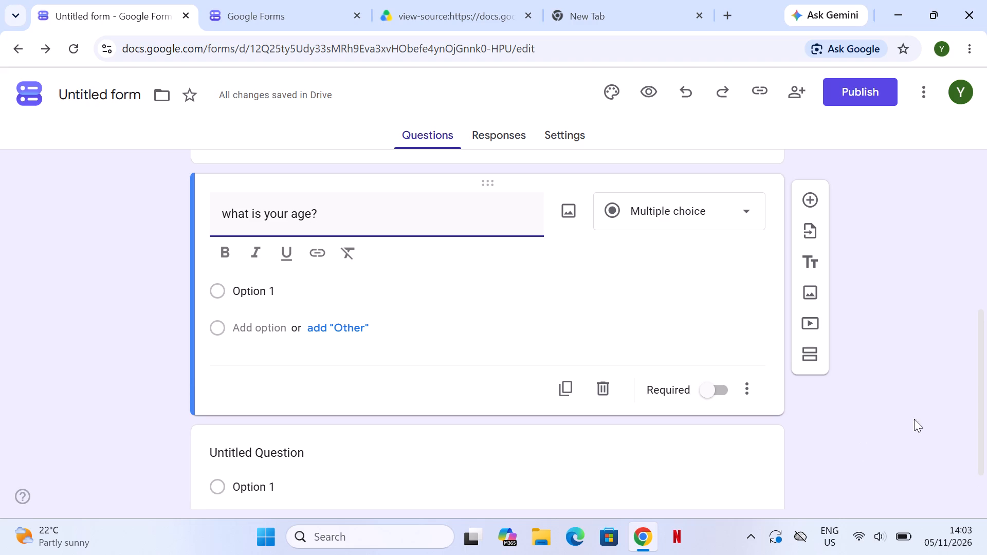
left_click(745, 211)
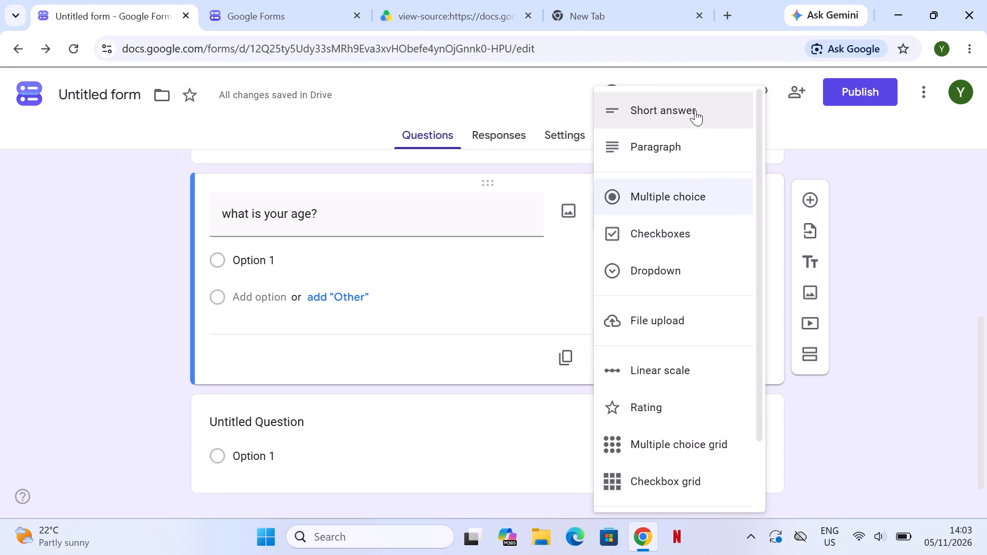
left_click(695, 110)
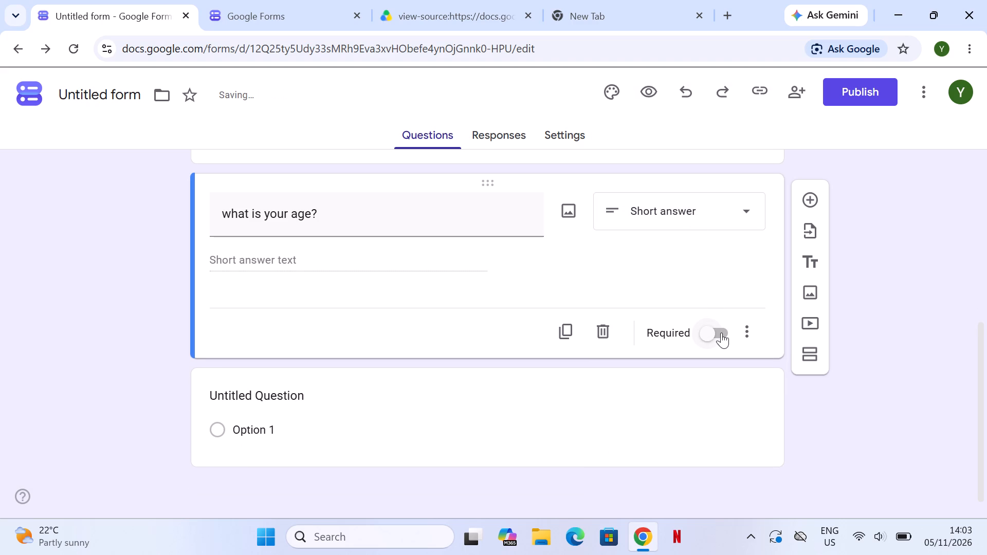
left_click(721, 332)
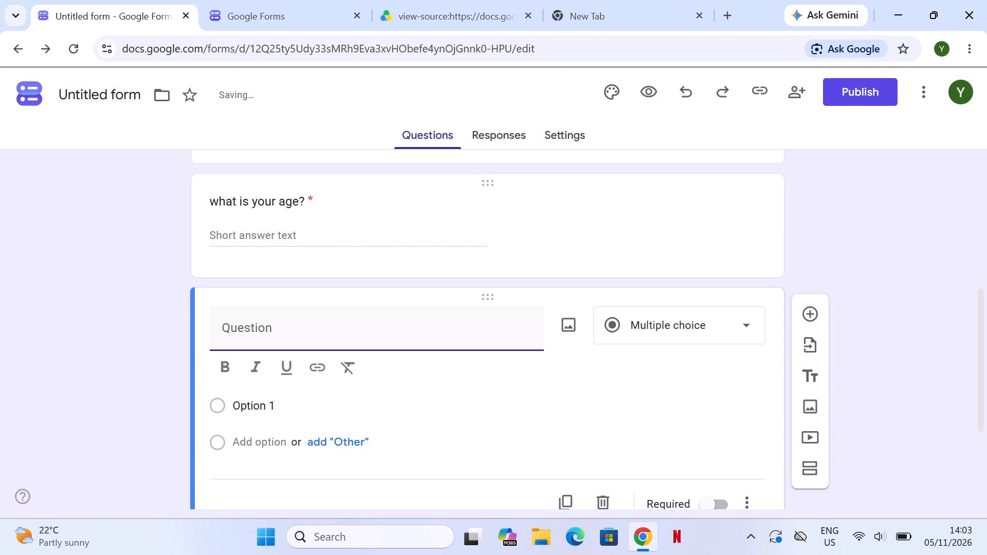
Enter the multiple-choice question "what is your gender?" with the options male, female and prefer not to say.
type("what is your gender")
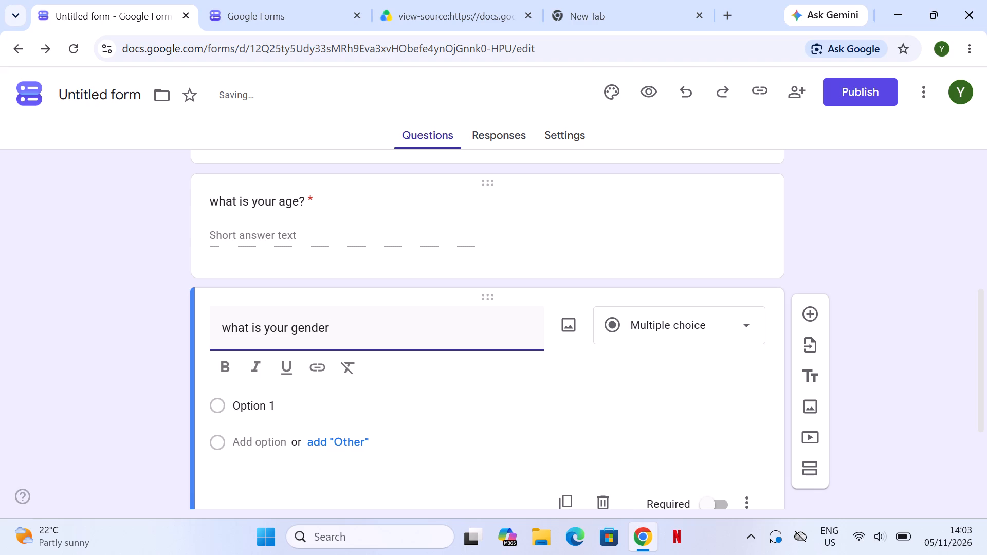
key("shift+question")
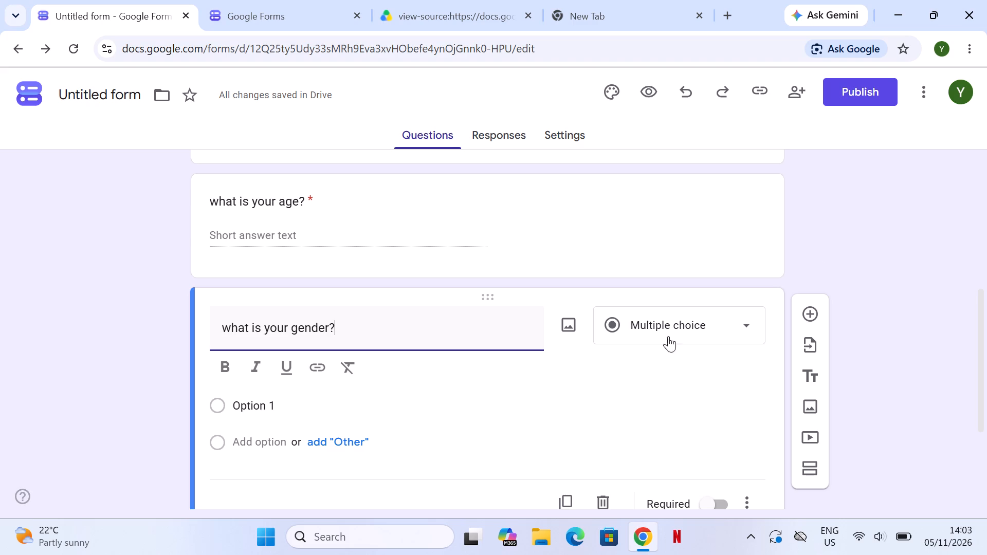
left_click(284, 402)
type("male")
key("Return")
type("female")
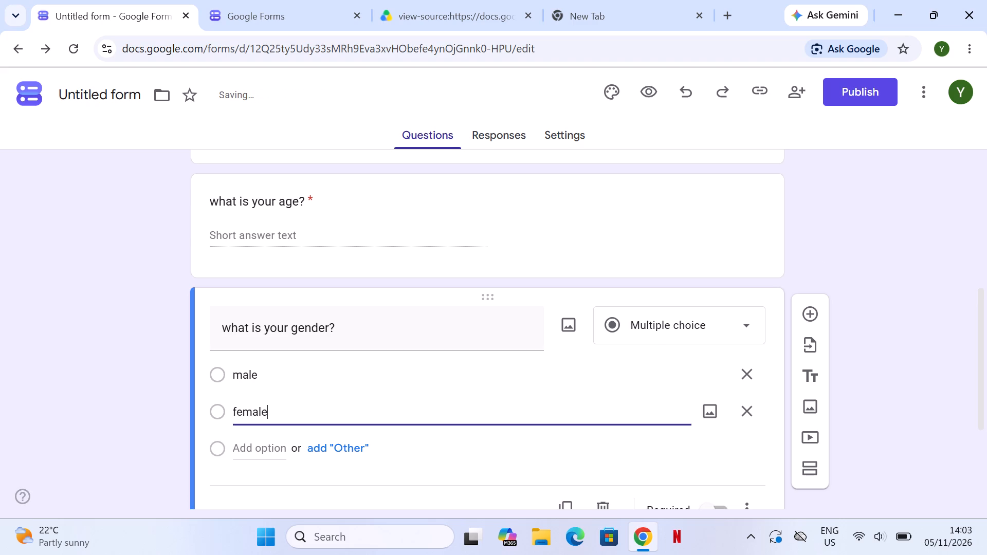
key("Return")
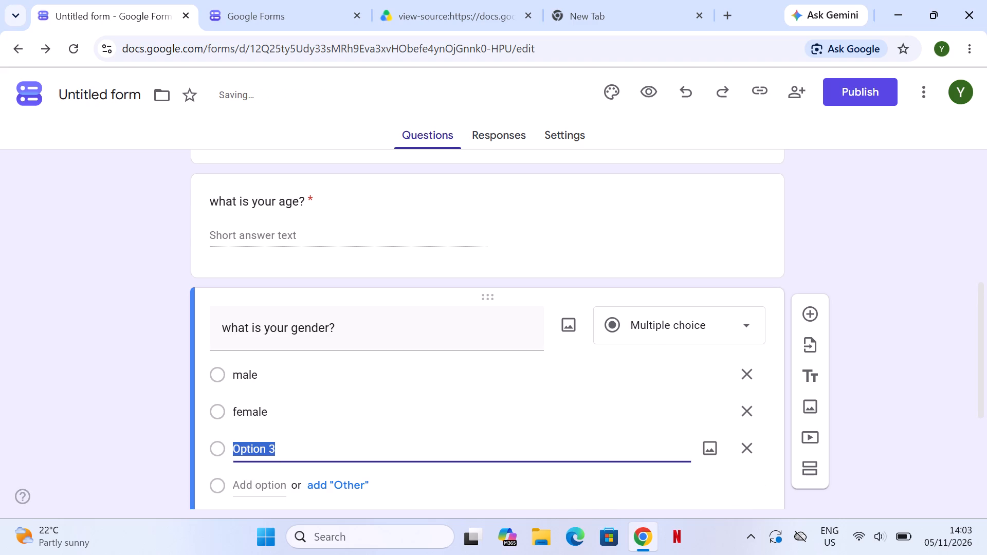
type("prefer not to say")
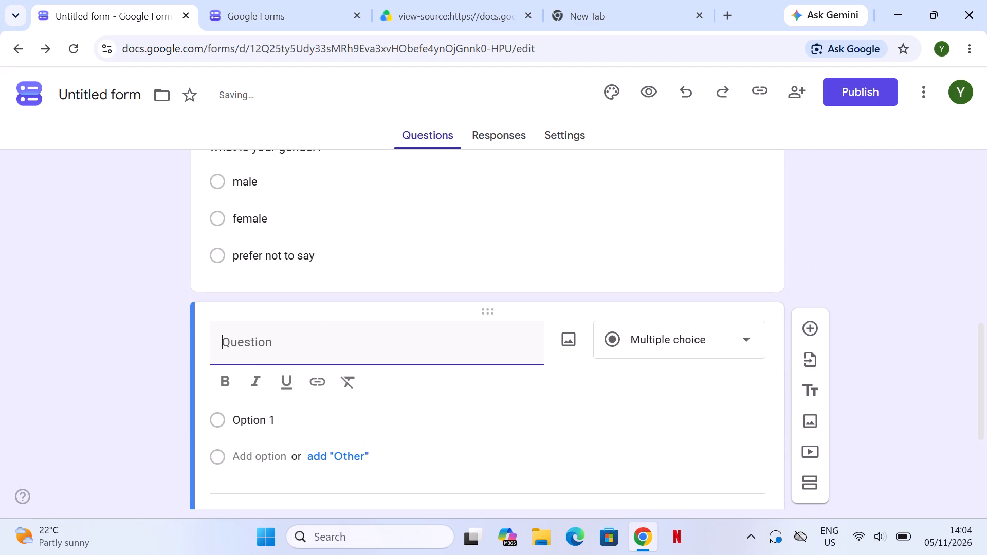
Enter the question "which town or location do you live in" in the new question below gender.
type("which town or location")
key("space")
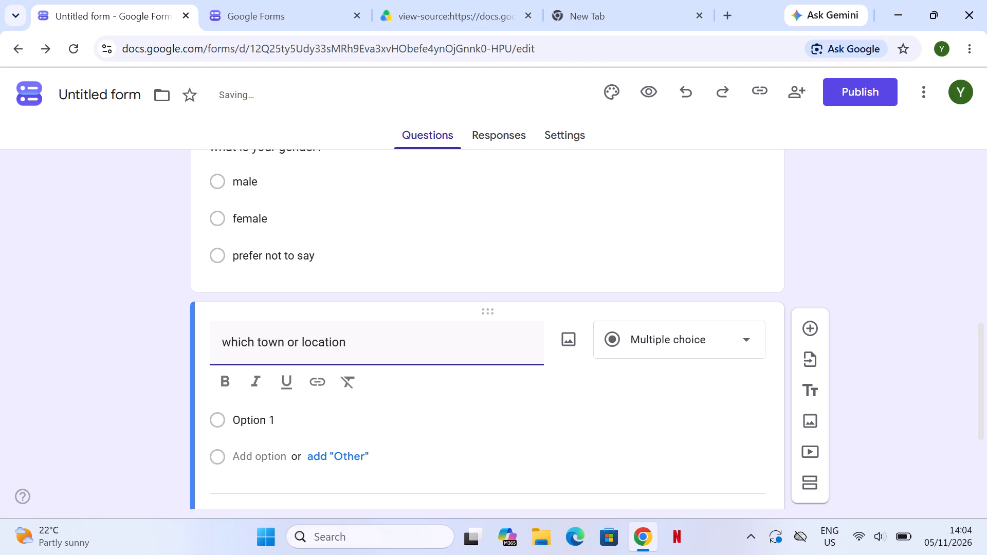
type("do you live in")
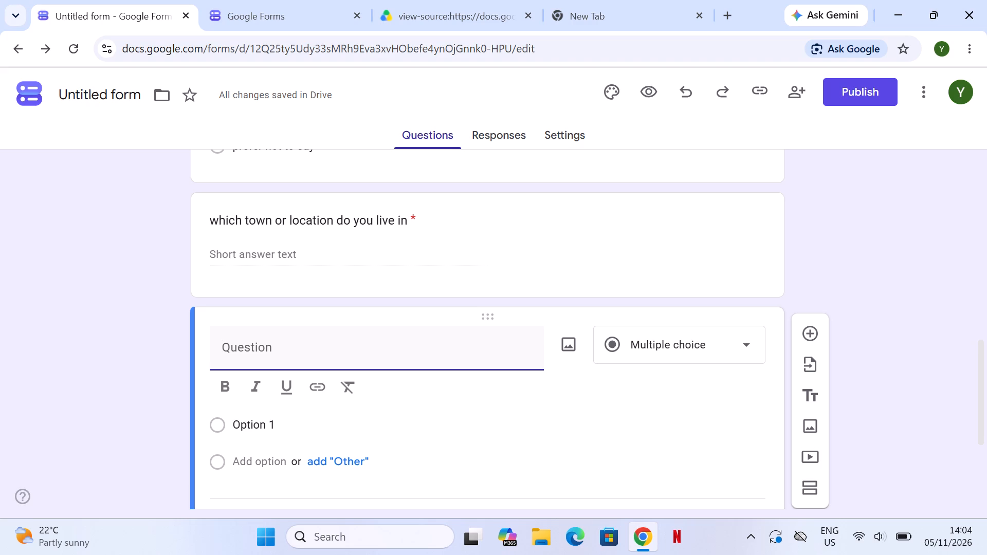
Enter the question "which date would you want to attend a meeting" in the new question below the town question.
type("which da")
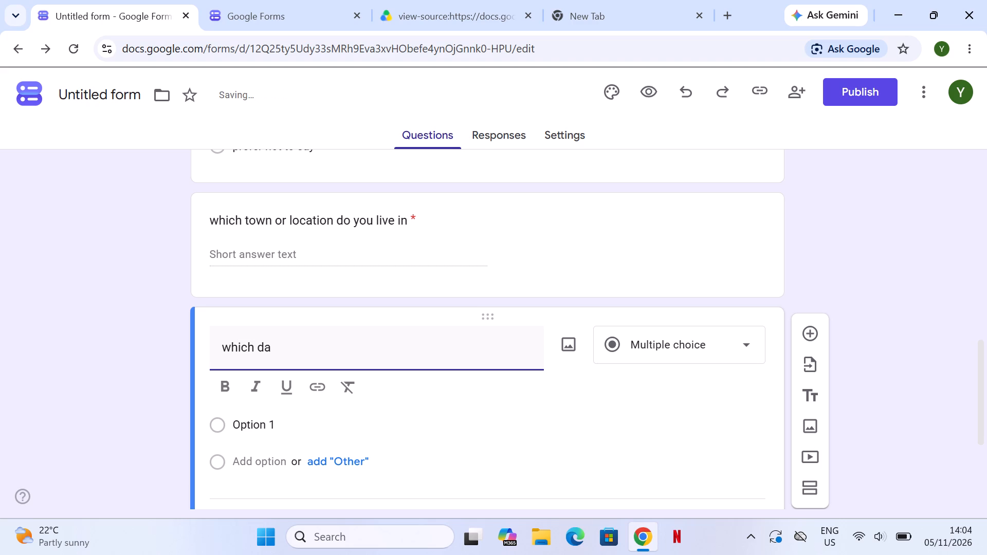
type("te woul")
key("space")
key("BackSpace")
type("d you want to attend a meeting")
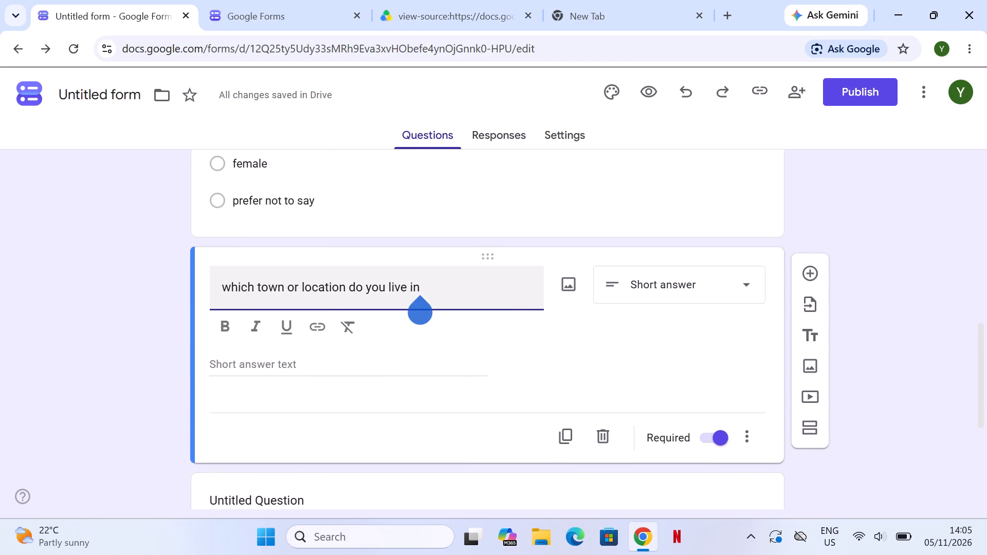
Add a question mark at the end of the town or location question.
key("shift+question")
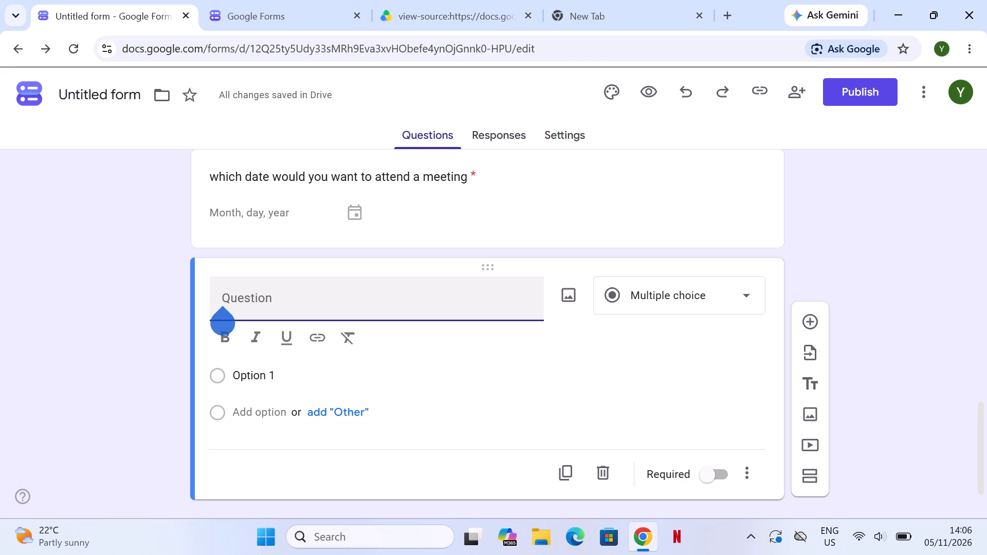
Enter the question "do you have any other requirements" in the new question below the meeting date question.
type("do you have any other re")
type("quirements")
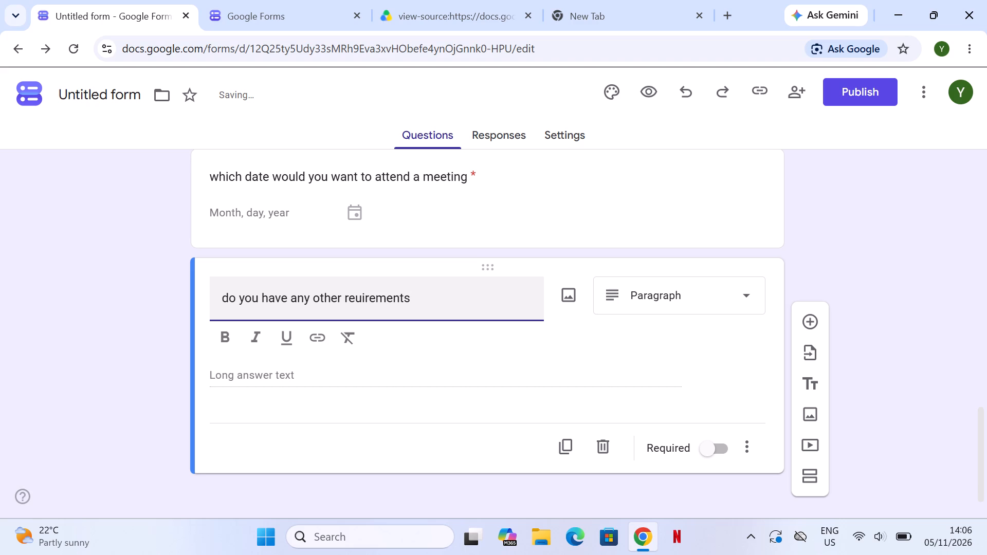
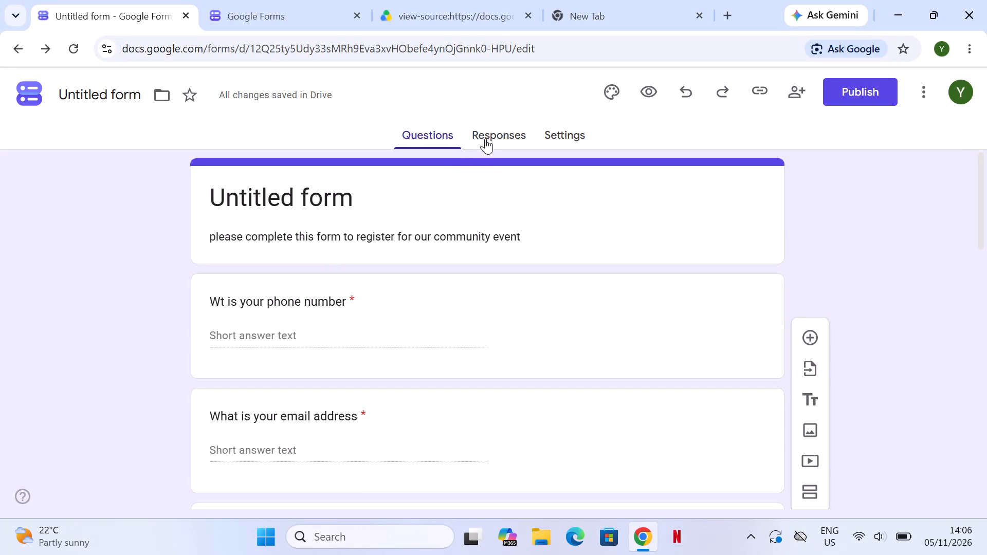
Replace the form's title with "registration form".
left_click(362, 195)
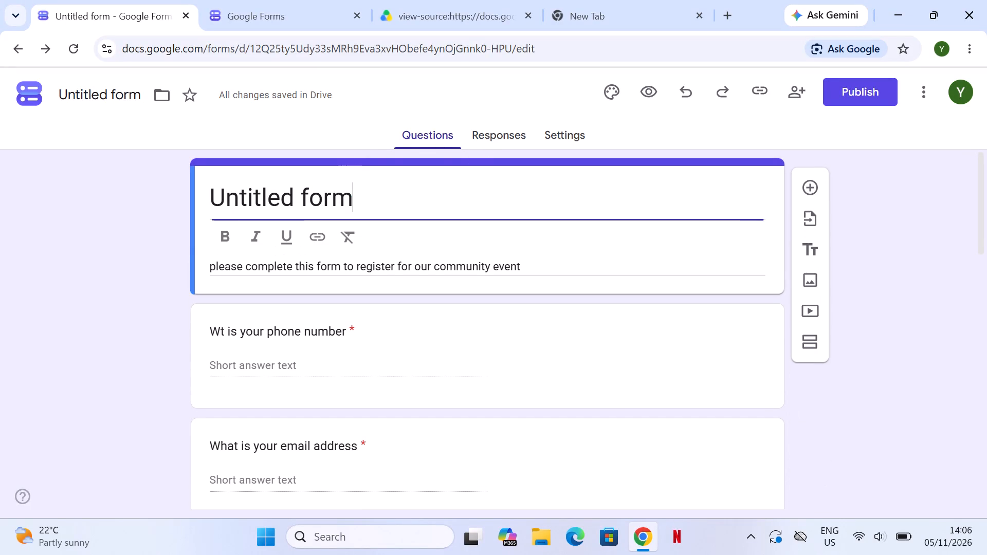
key("BackSpace")
key("BackSpace")
key("BackSpace")
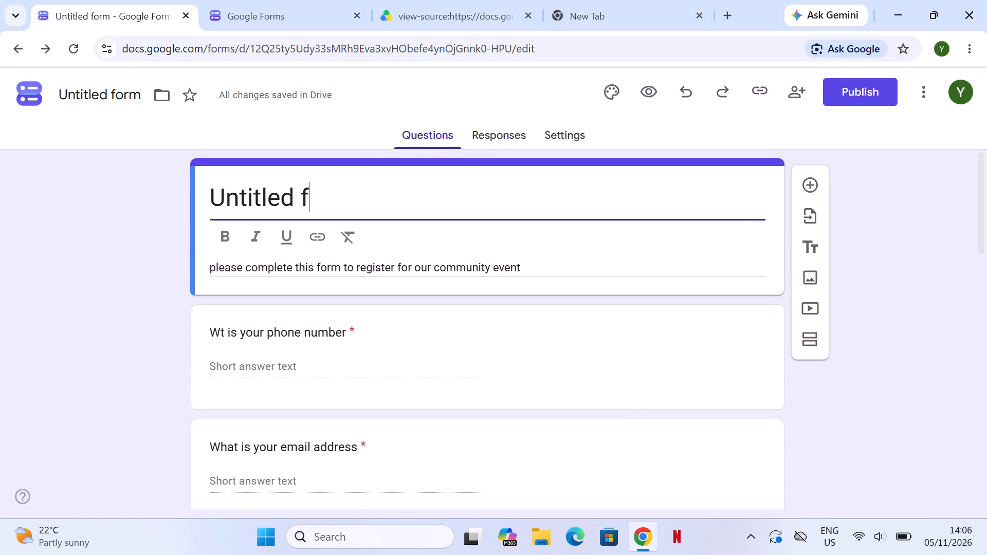
key("BackSpace")
key("BackSpace")
key("BackSpace")
key("BackSpace")
key("BackSpace")
key("BackSpace")
key("BackSpace")
key("BackSpace")
key("BackSpace")
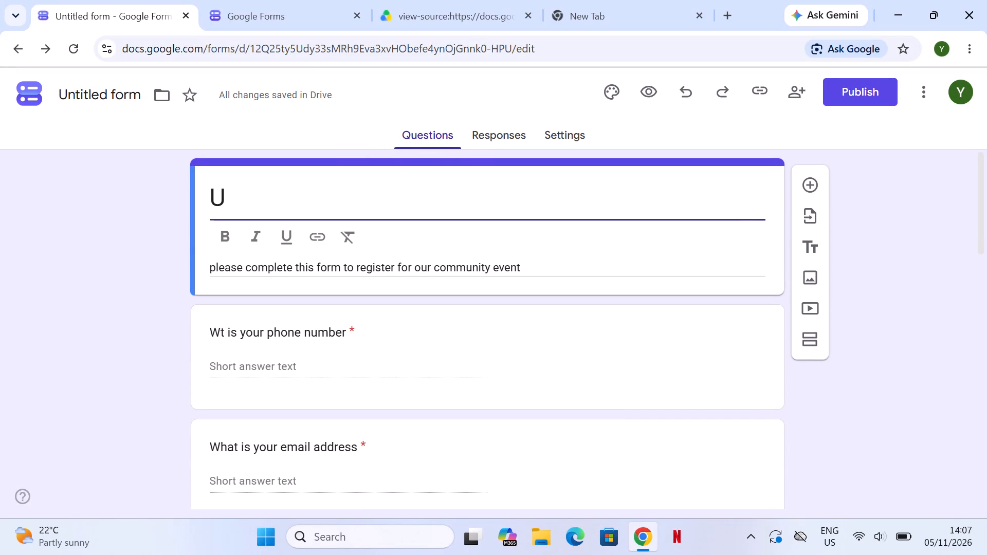
type("registration form")
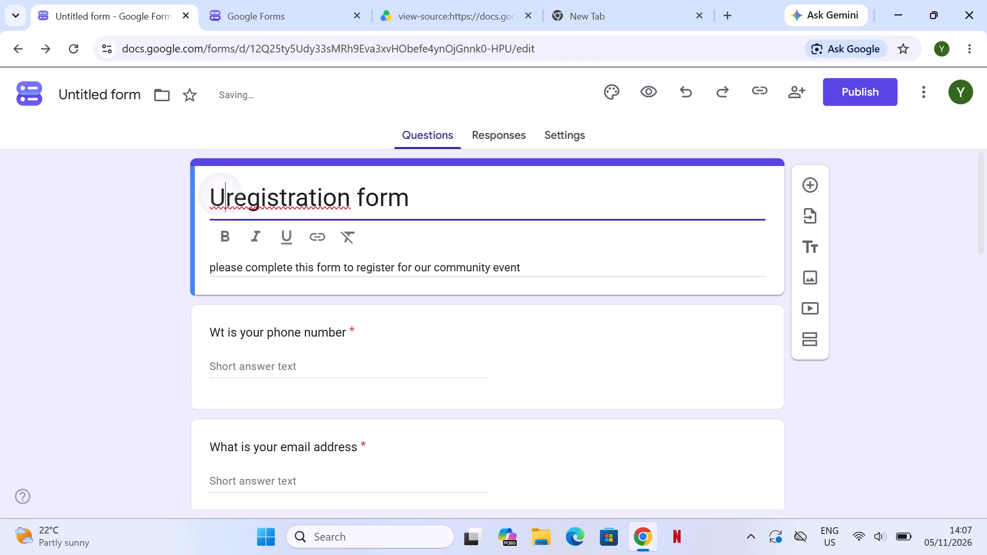
key("BackSpace")
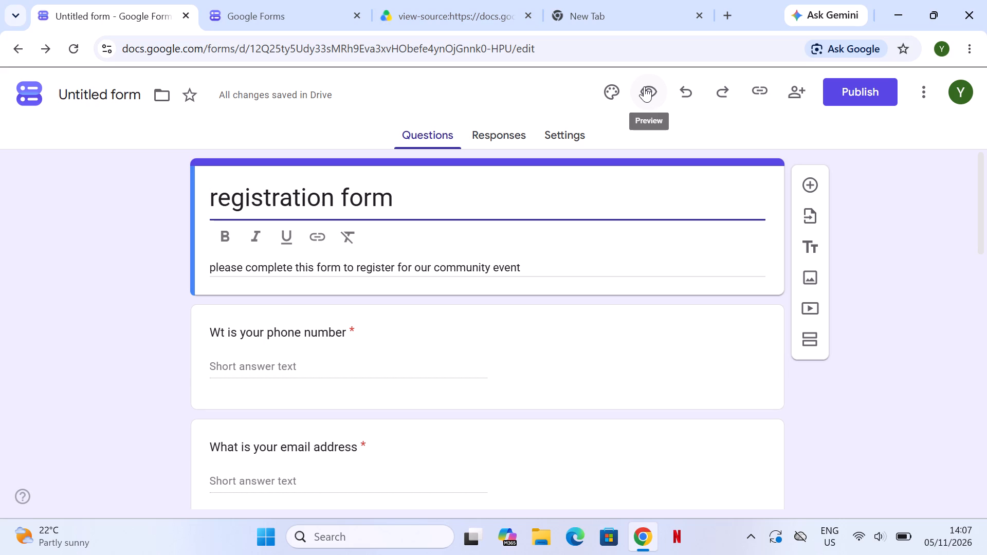
Customize the form theme with Verdana as the text font and grey as the theme colour.
left_click(610, 94)
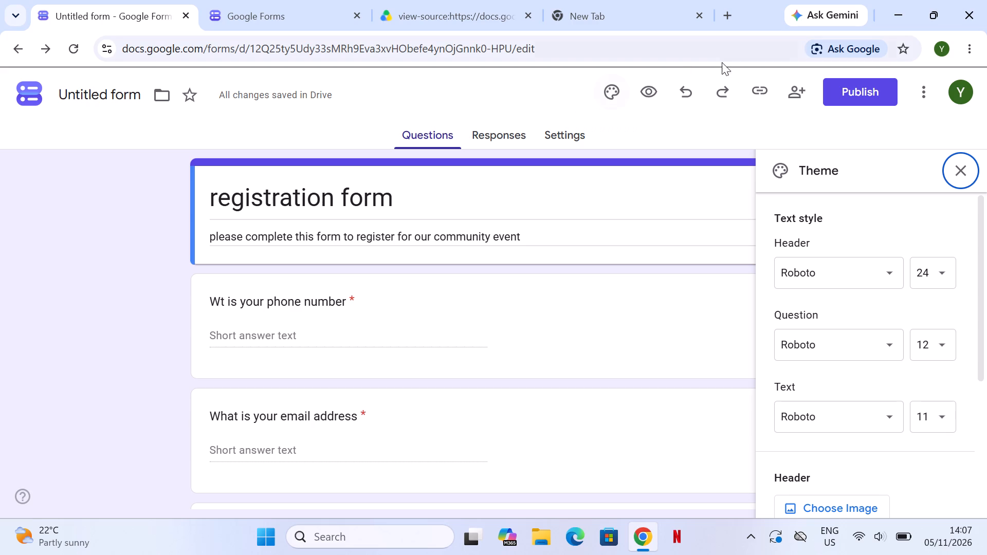
left_click(830, 163)
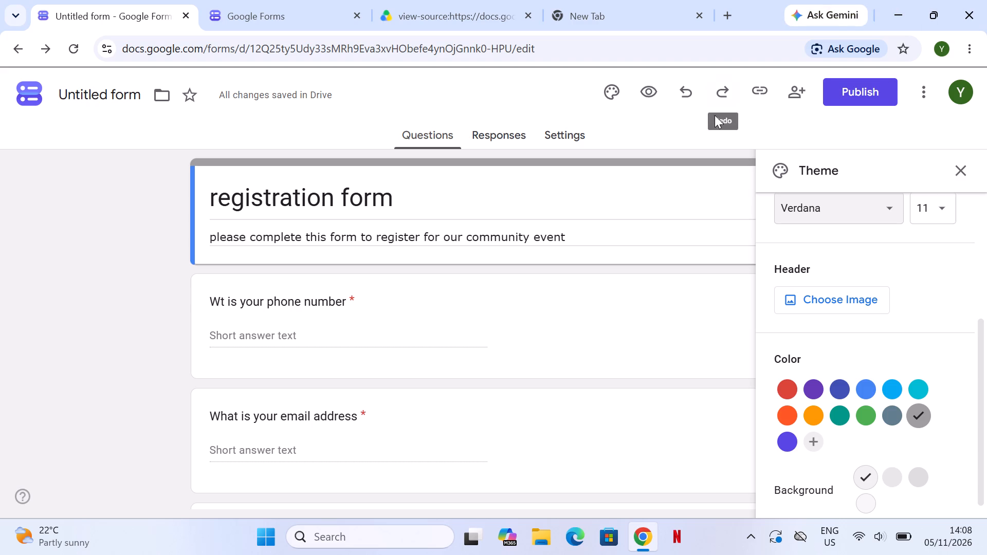
Preview the registration form as respondents see it.
left_click(651, 83)
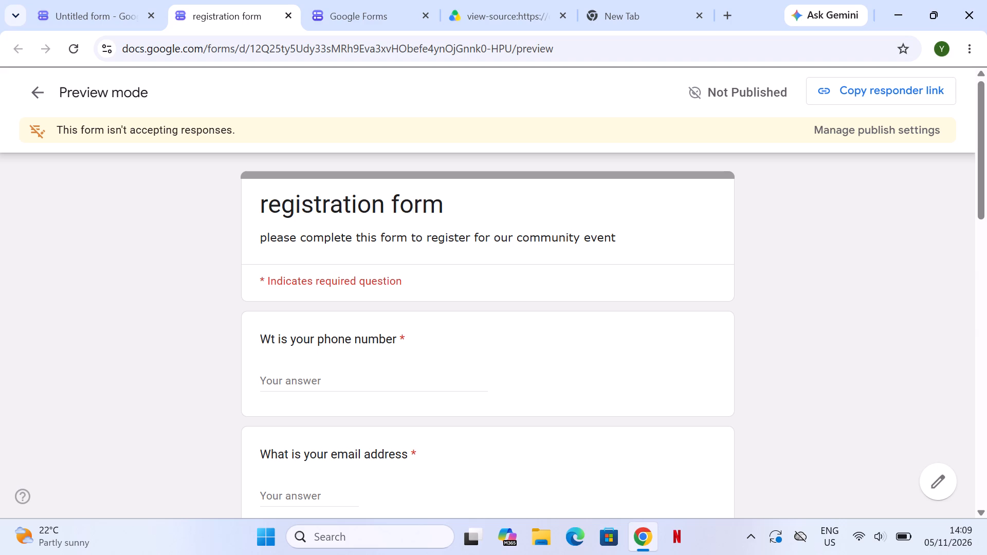
Minimize the browser window and launch Kuro from the desktop.
left_click(897, 18)
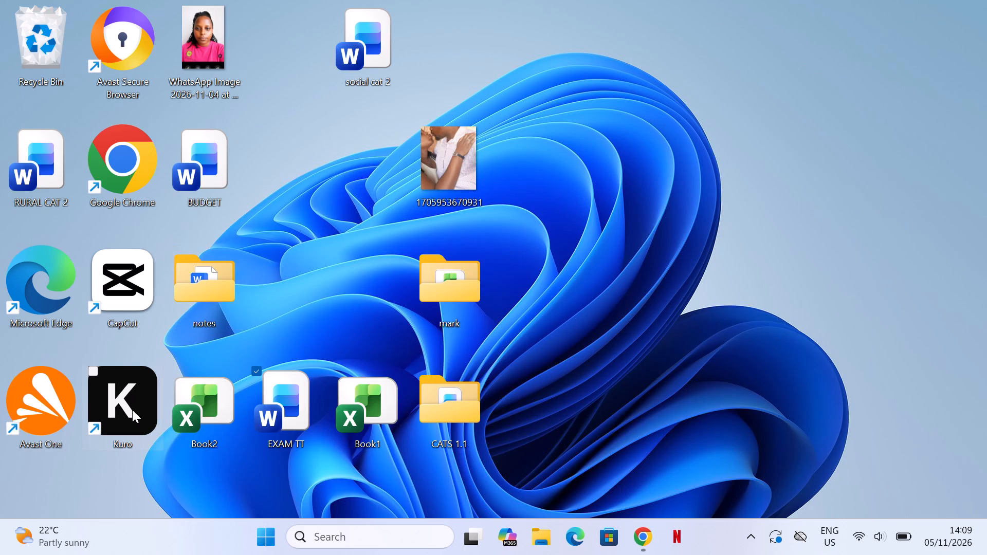
double_click(132, 410)
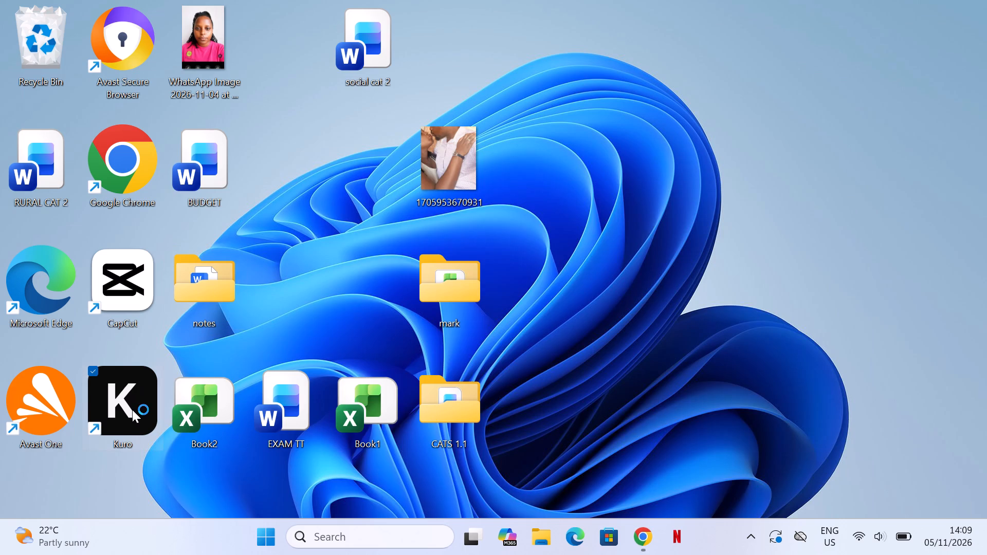